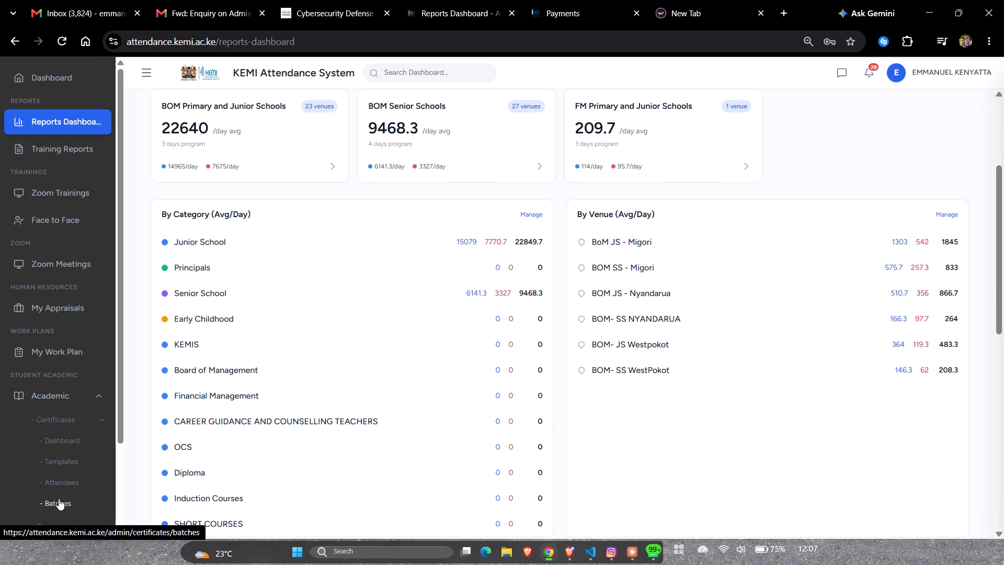
Open the certificate attendees page in the Academic section's Certificates group.
click(72, 485)
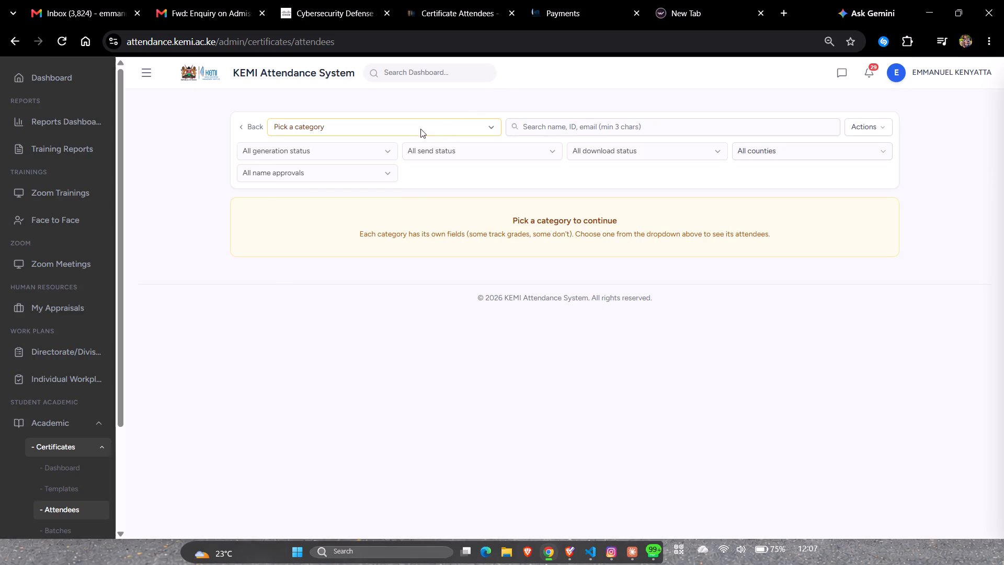
Show the certificate attendees of the KEMIS category.
click(432, 120)
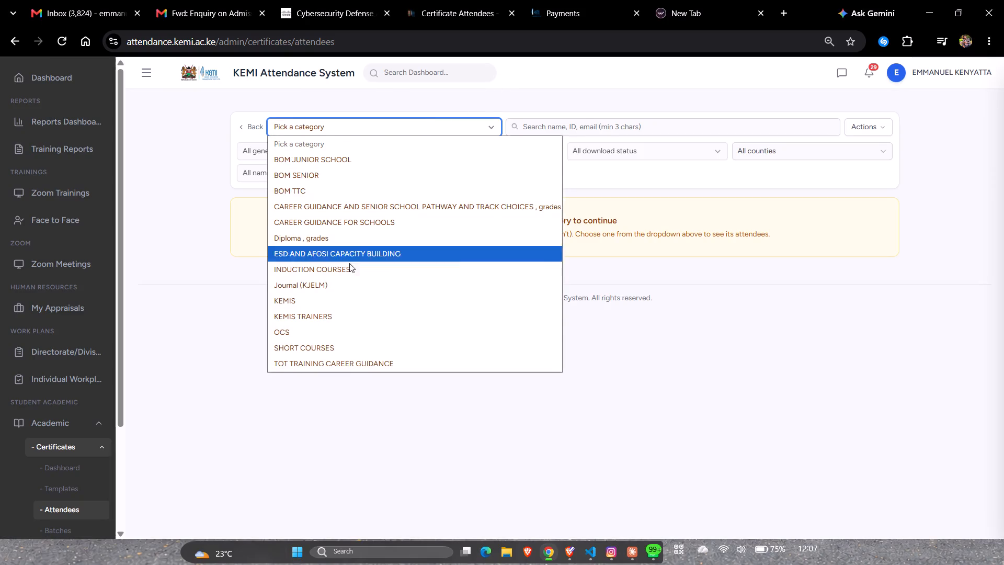
click(355, 296)
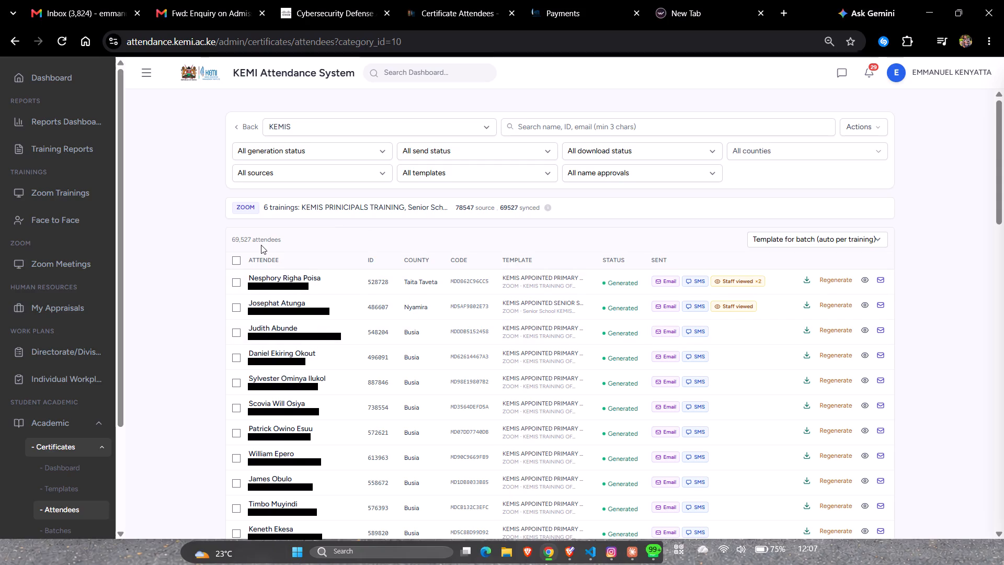
click(588, 126)
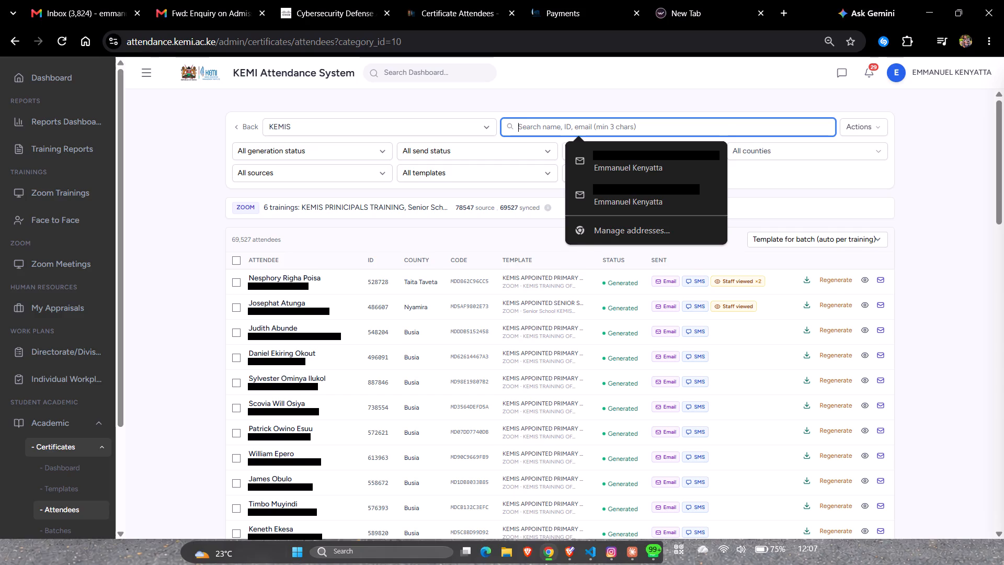
key(s)
key(BackSpace)
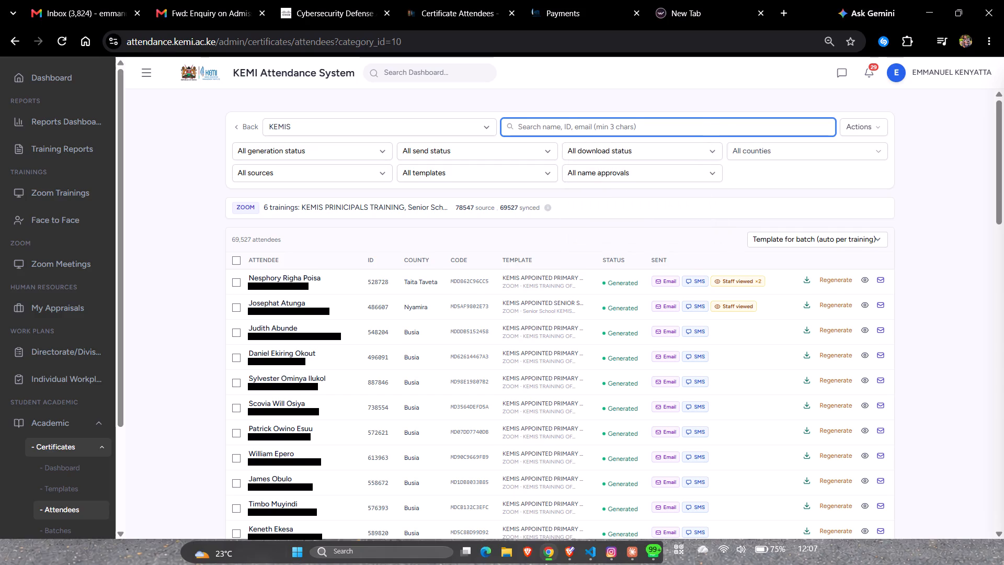
key(s)
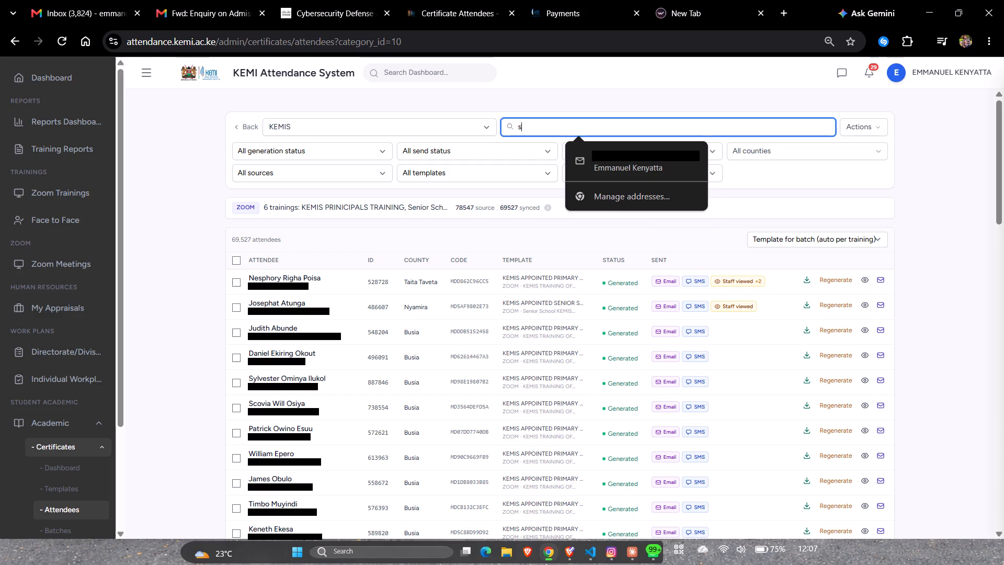
text(ylvan)
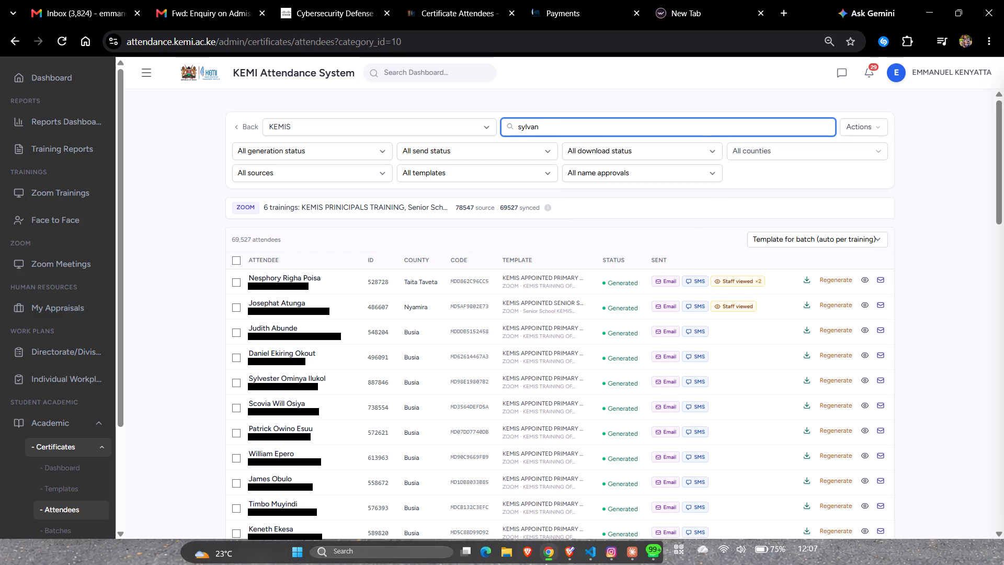
key(c)
key(Return)
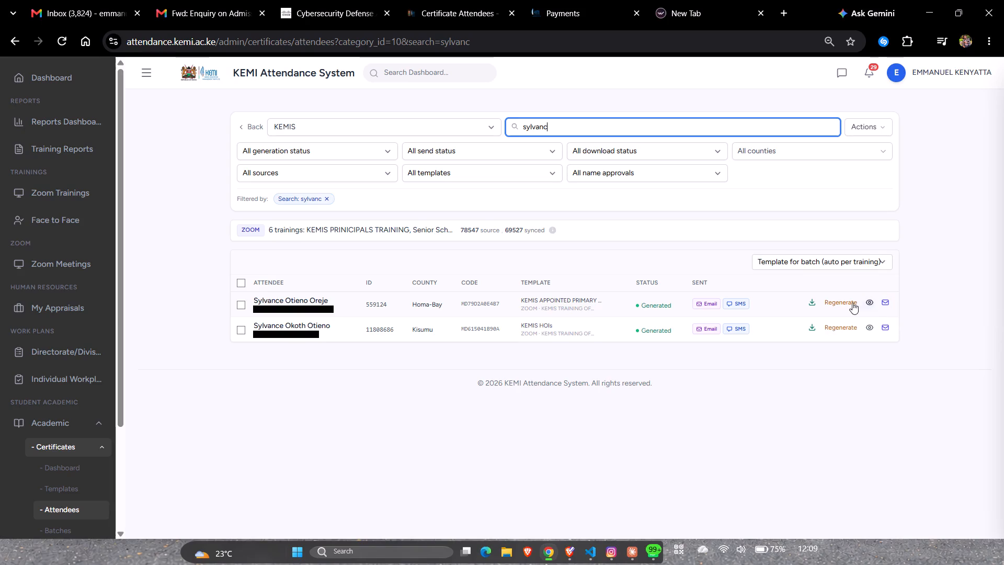
Preview the certificate of the Homa-Bay attendee, look through it to the end, and close the preview.
click(868, 301)
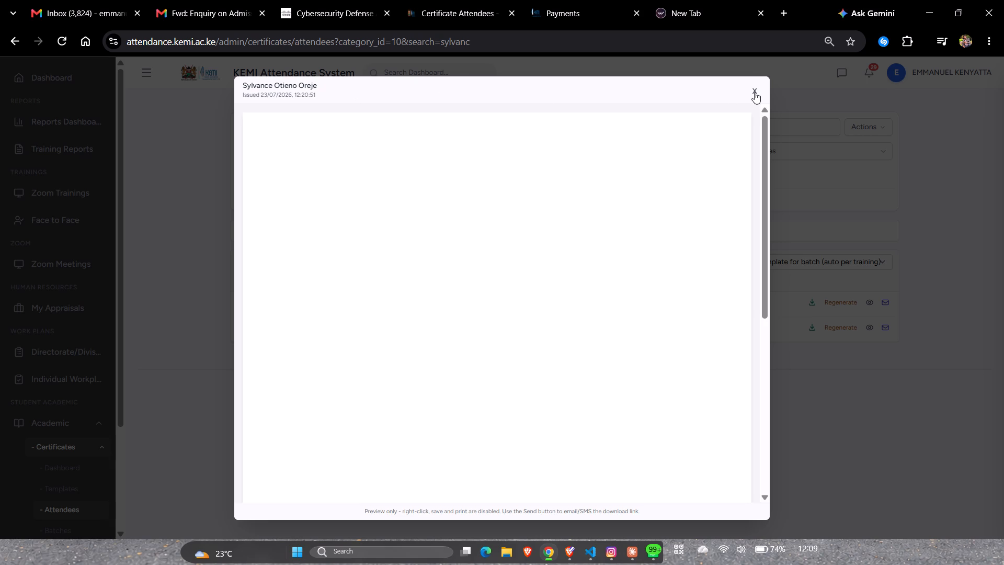
drag(768, 138, 763, 368)
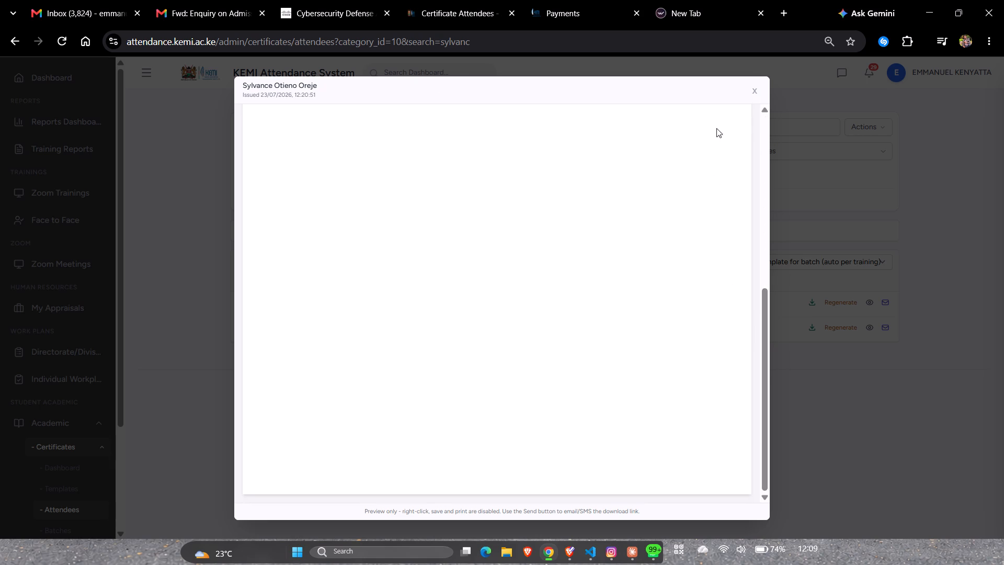
click(755, 91)
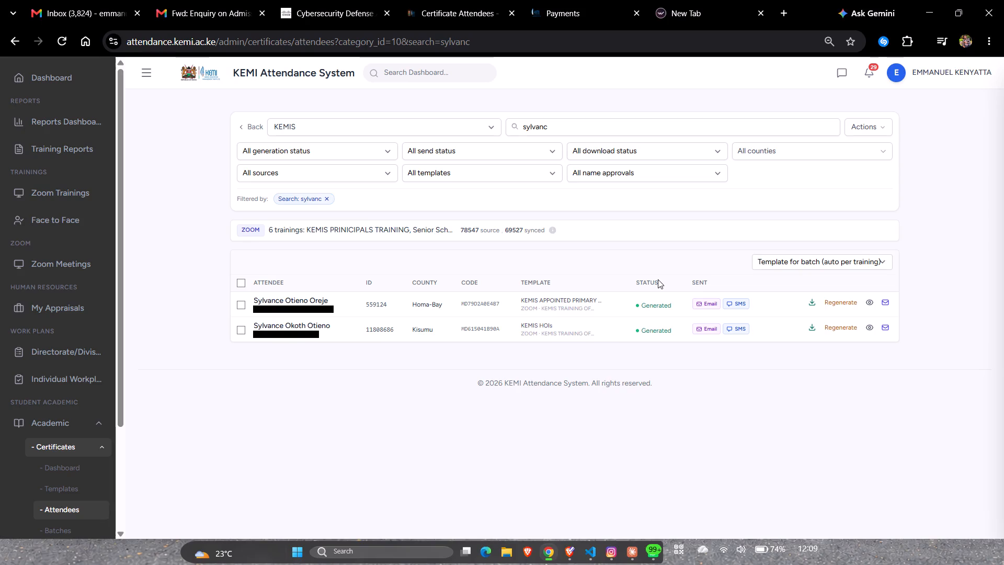
Open the Send Certificate form for the Homa-Bay attendee.
click(888, 303)
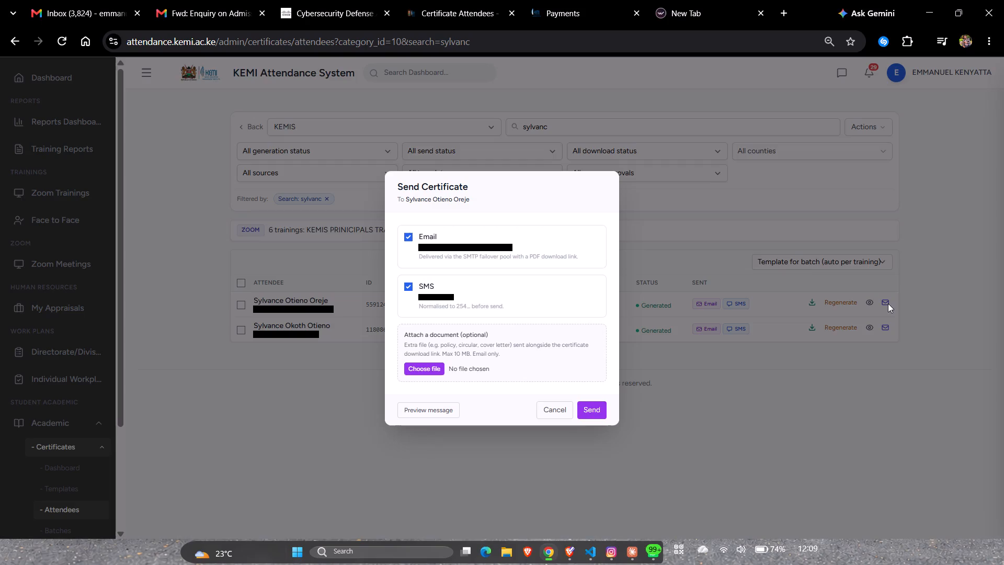